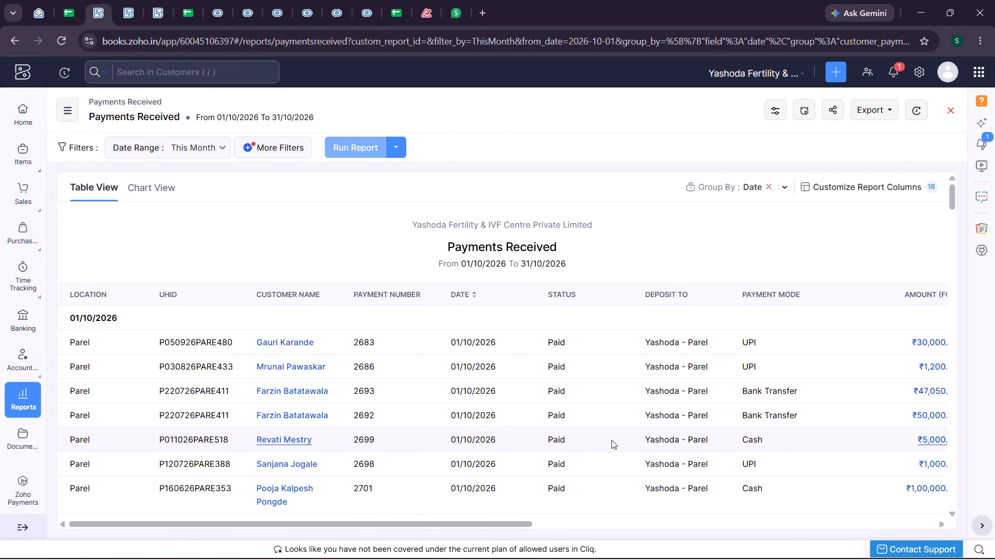
Review the October 2026 Payments Received report through its last entries, including the amount columns and the overall total row.
scroll(612, 440, "down", 11)
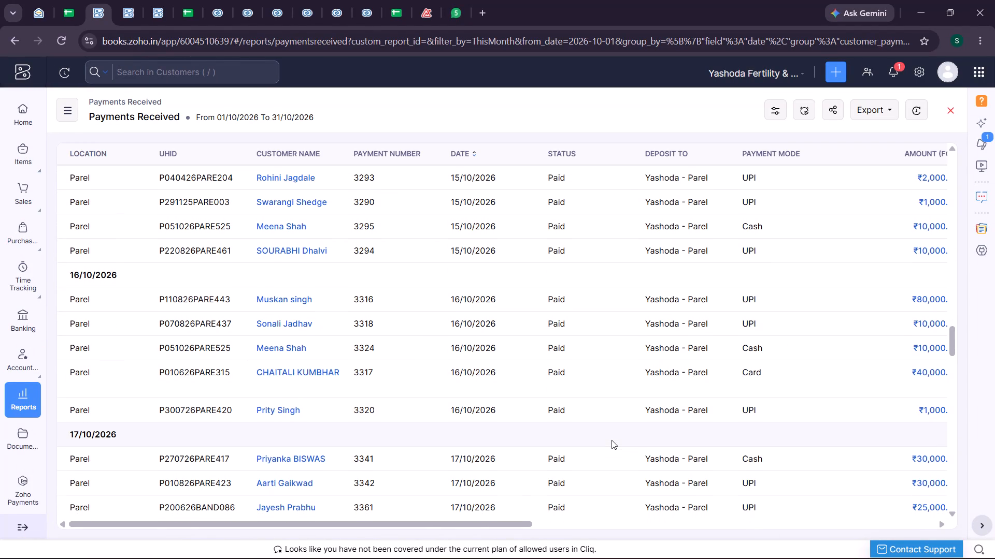
scroll(612, 440, "down", 13)
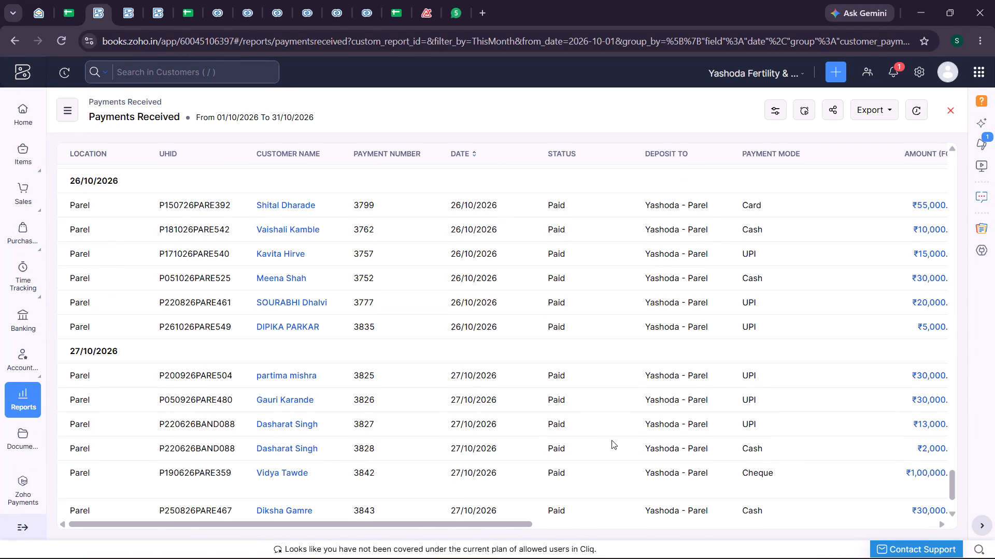
scroll(674, 372, "left", 2)
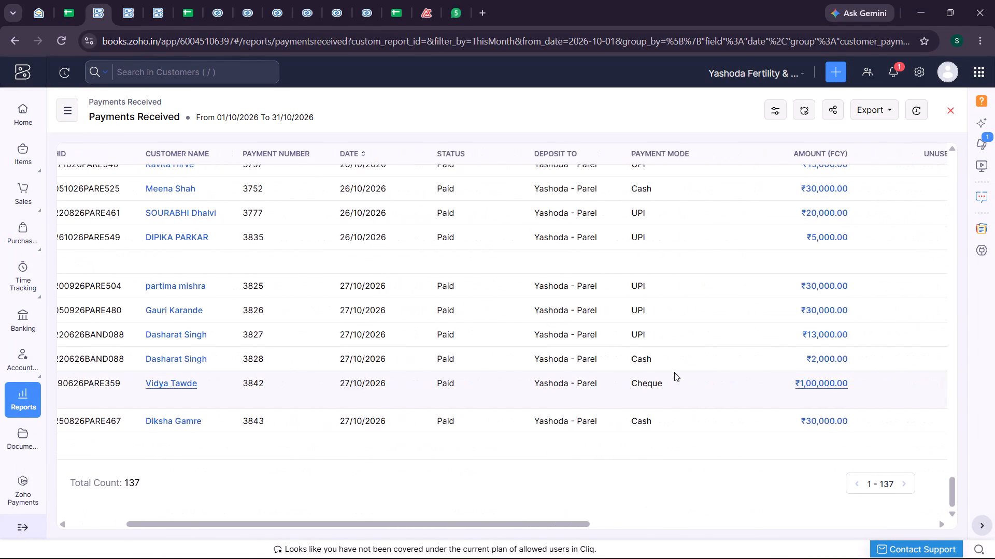
scroll(674, 372, "left", 4)
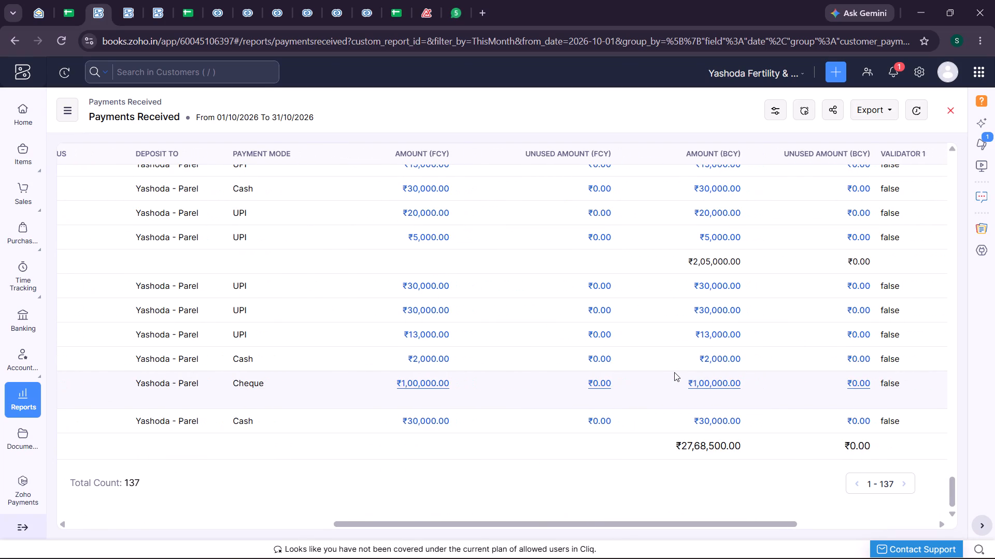
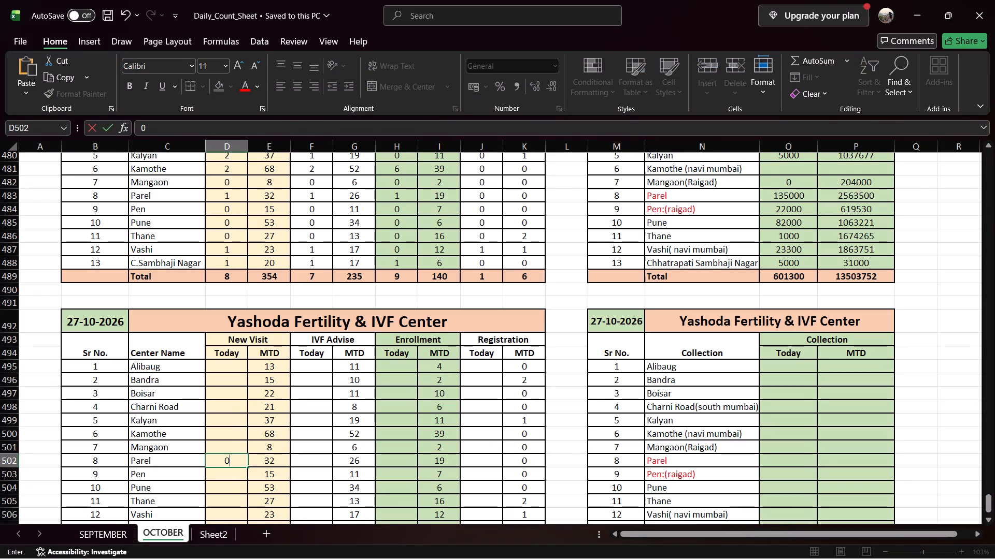
Complete Parel's Today counts in the 27-10-2026 visit table, with 0 for IVF Advise, Enrollment and Registration.
key("Right")
key("Right")
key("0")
key("Right")
key("Right")
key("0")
key("Right")
key("Right")
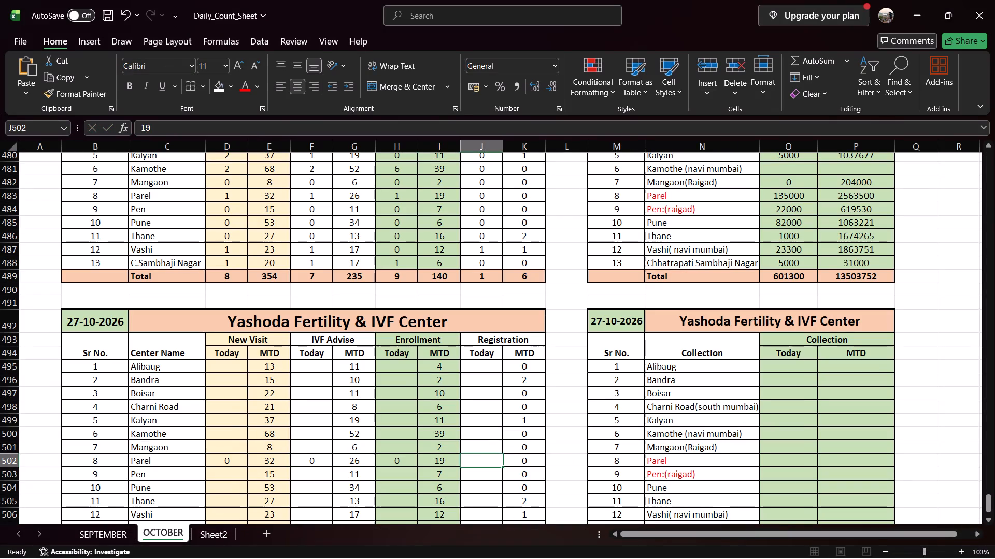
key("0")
key("Right")
Fill in Parel's row of the 27-10-2026 Collection table with 205000 for Today and 2768500 for MTD from the payments report.
key("Right")
key("Right")
key("Right")
key("Right")
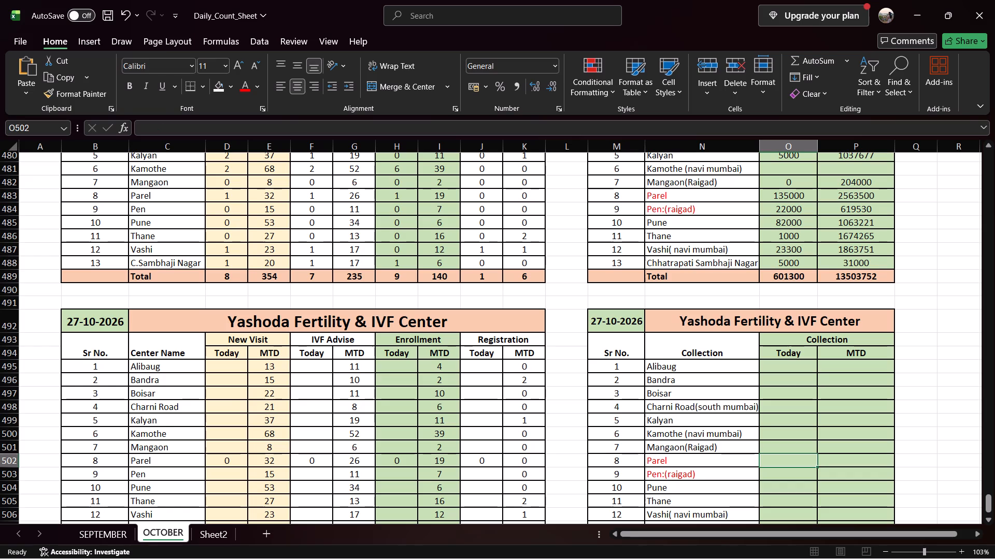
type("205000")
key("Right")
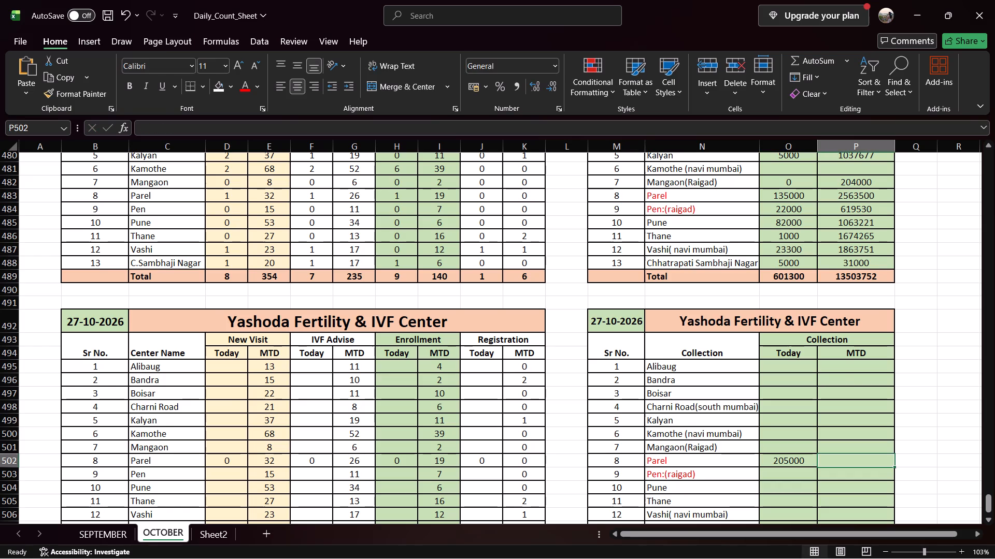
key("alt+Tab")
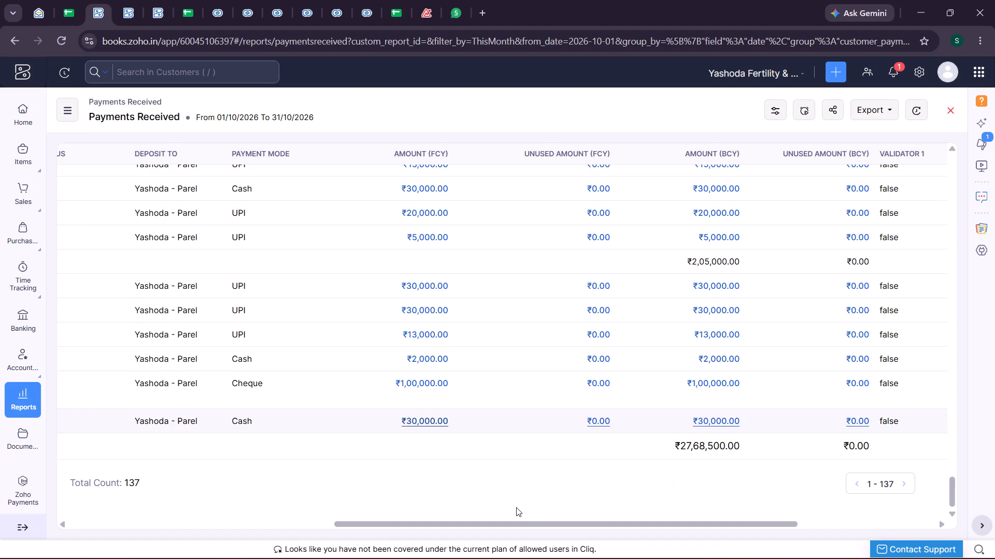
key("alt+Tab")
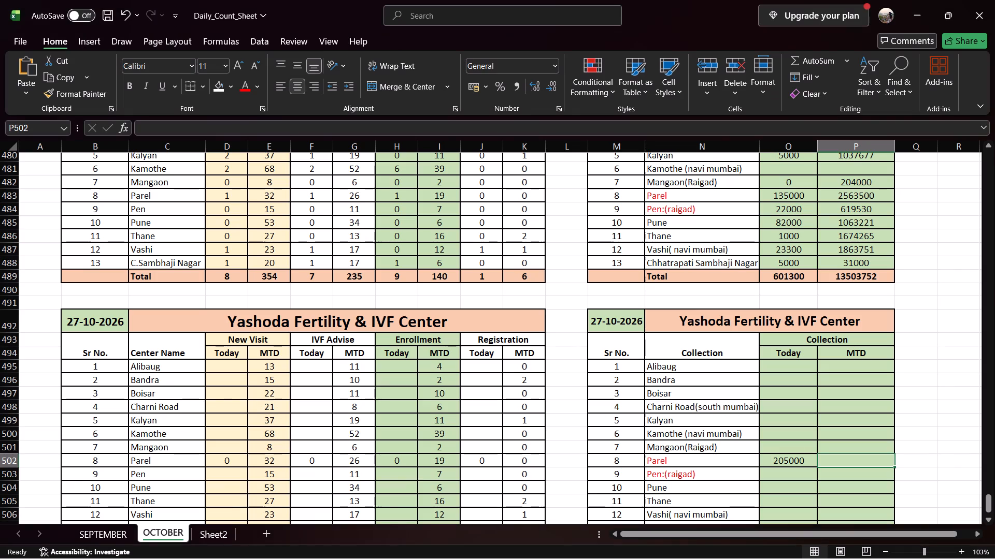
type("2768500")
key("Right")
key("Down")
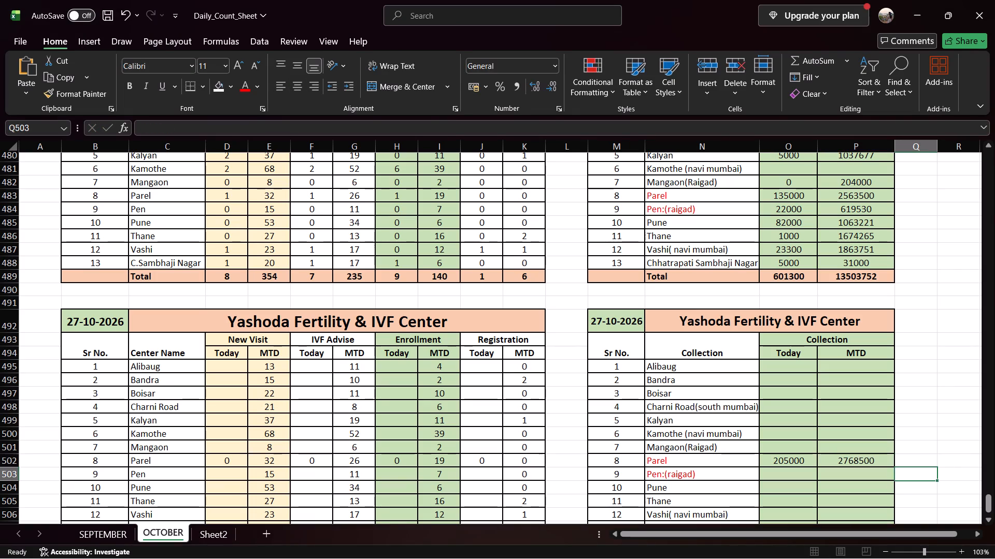
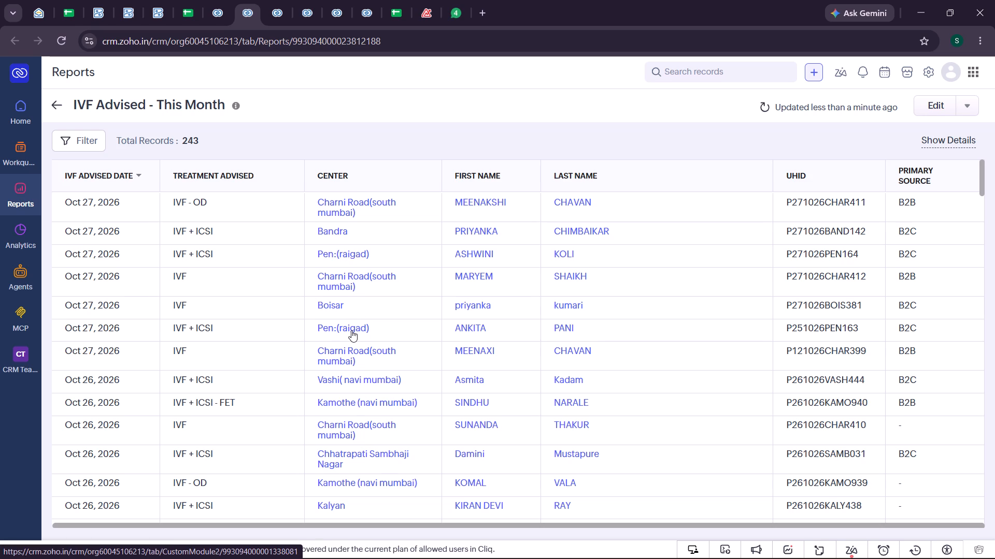
In the Excel daily count sheet, enter Pen's 27-10-2026 Today counts: New Visit 1, IVF Advise 2, Enrollment 2, Registration 0.
key("alt+Tab")
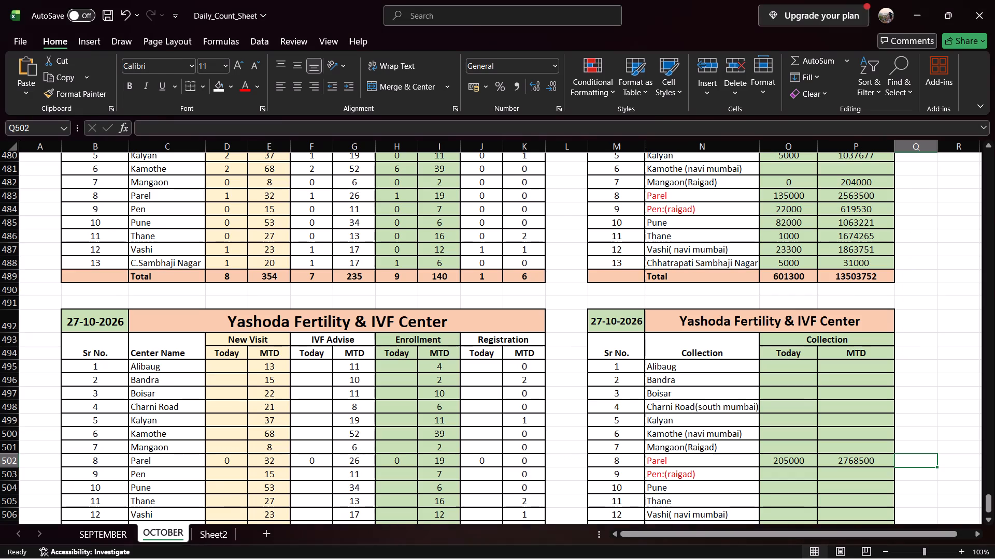
scroll(243, 426, "down", 1)
left_click(223, 418)
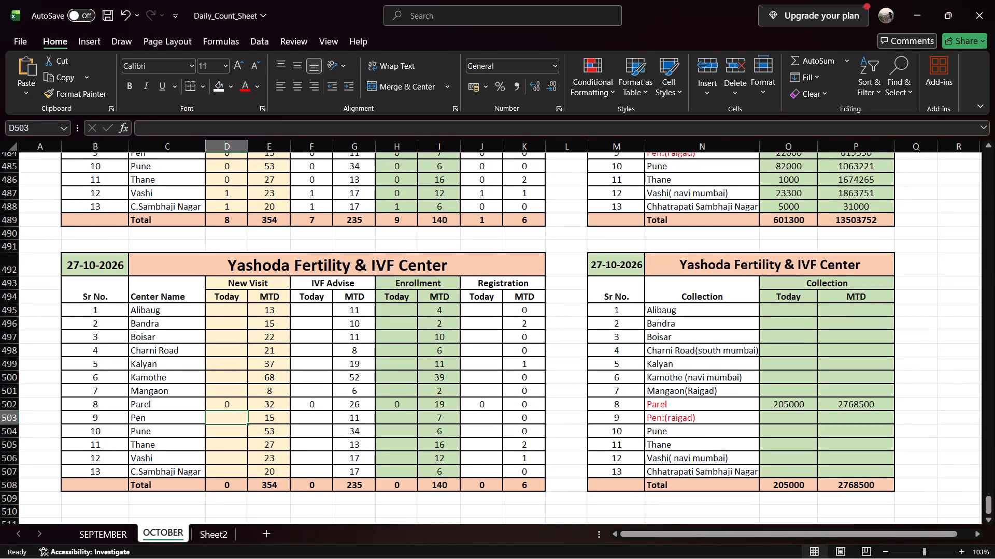
key("1")
key("Right")
key("Right")
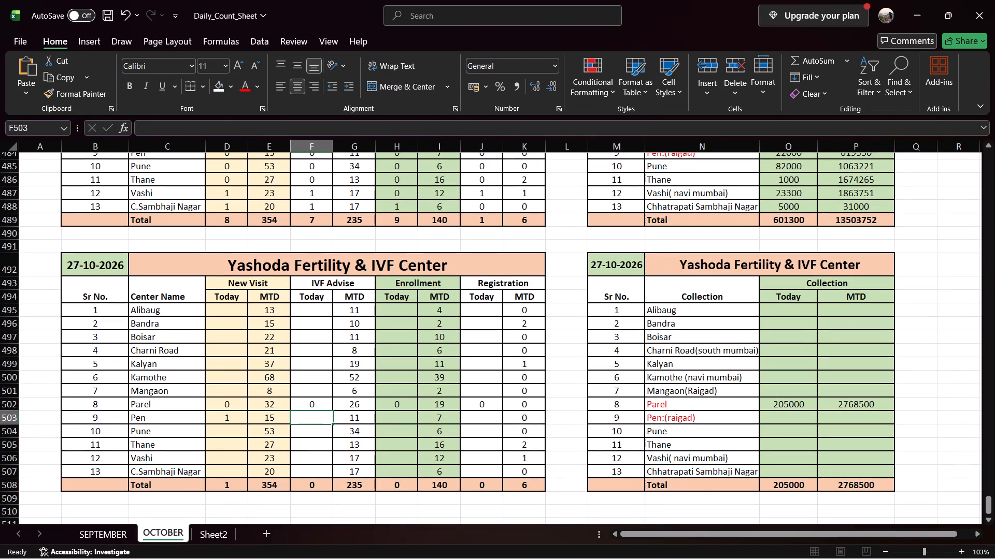
key("2")
key("Right")
key("Right")
key("2")
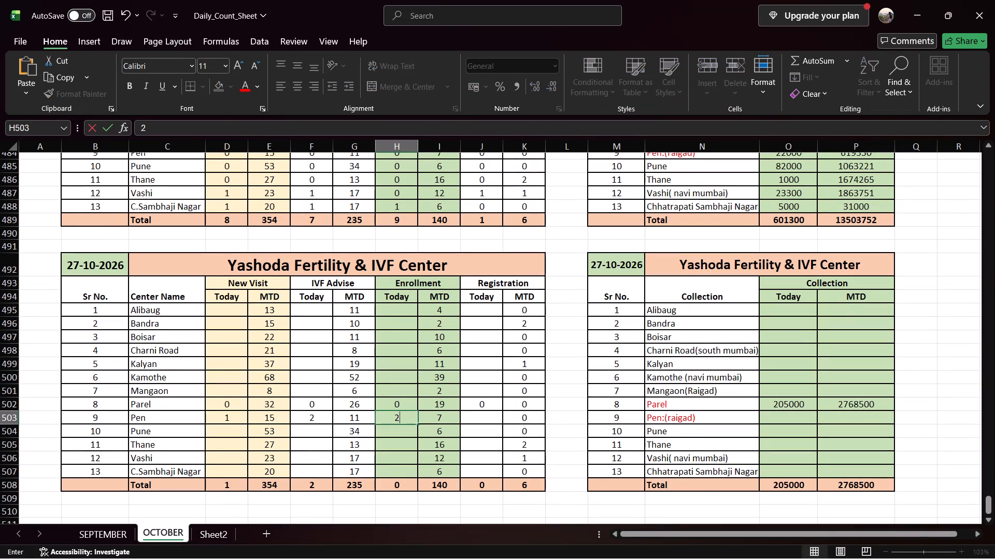
key("Right")
key("Right")
key("0")
key("Right")
Go to Pen's Today cell in the 27-10-2026 Collection table.
key("Right")
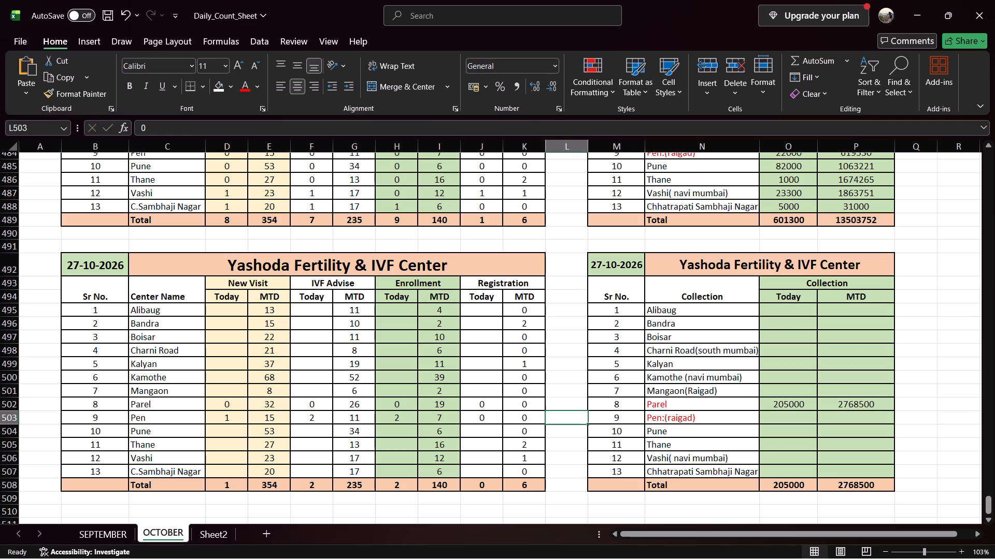
key("Right")
key("Right")
key("Right")
key("Right")
key("Left")
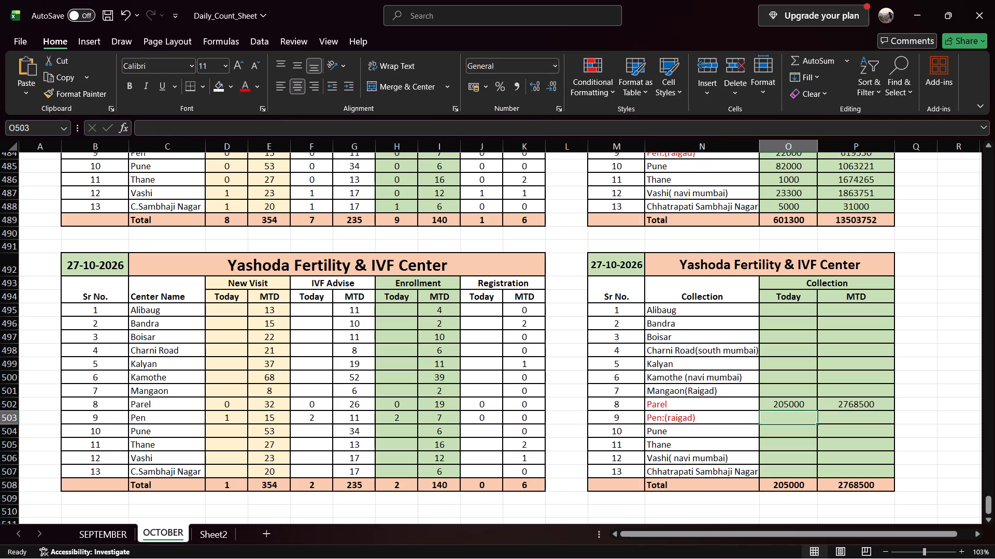
In Chrome, check Pen's Oct 27, 2026 entries in the Zoho CRM Enrollment report against the Excel daily count sheet.
key("alt+Tab")
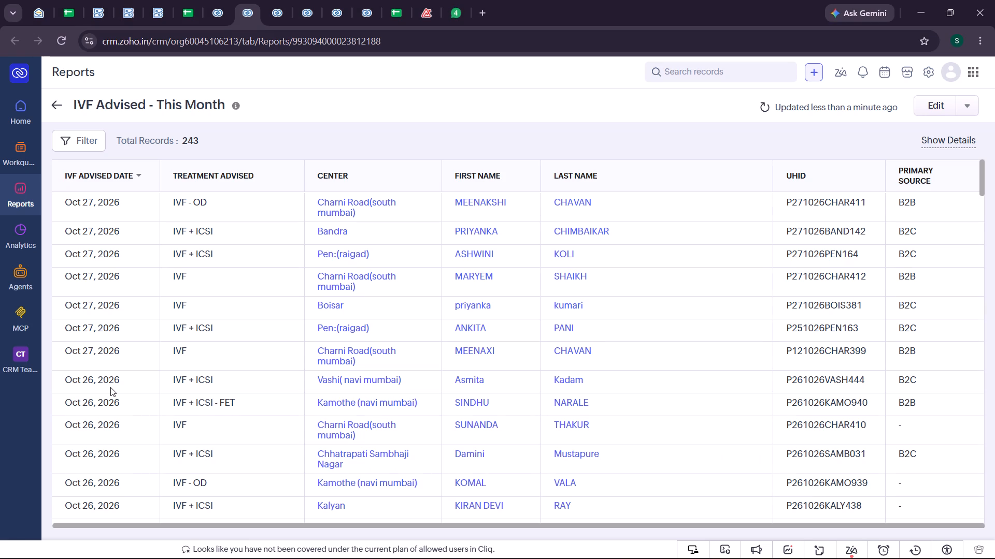
left_click(274, 14)
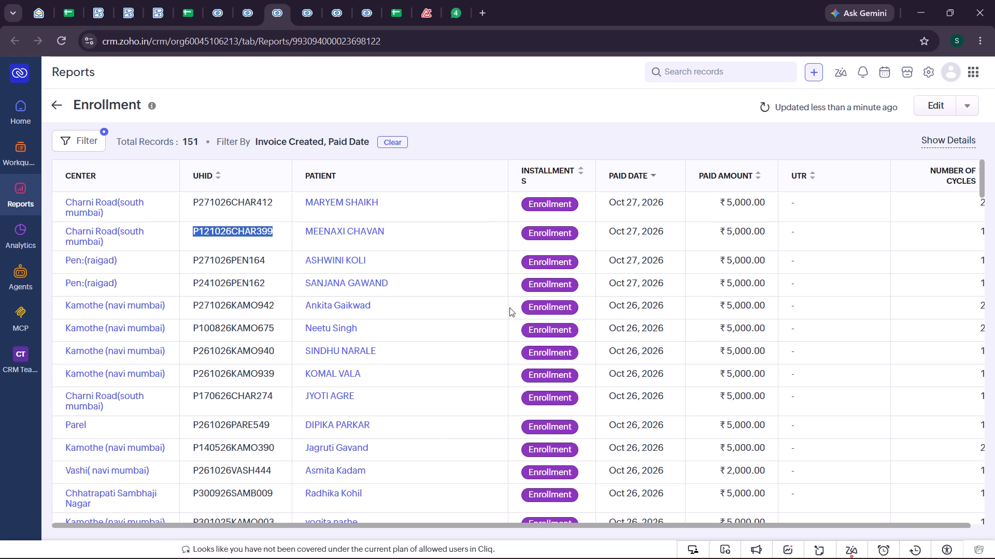
key("alt+Tab")
key("alt+Tab")
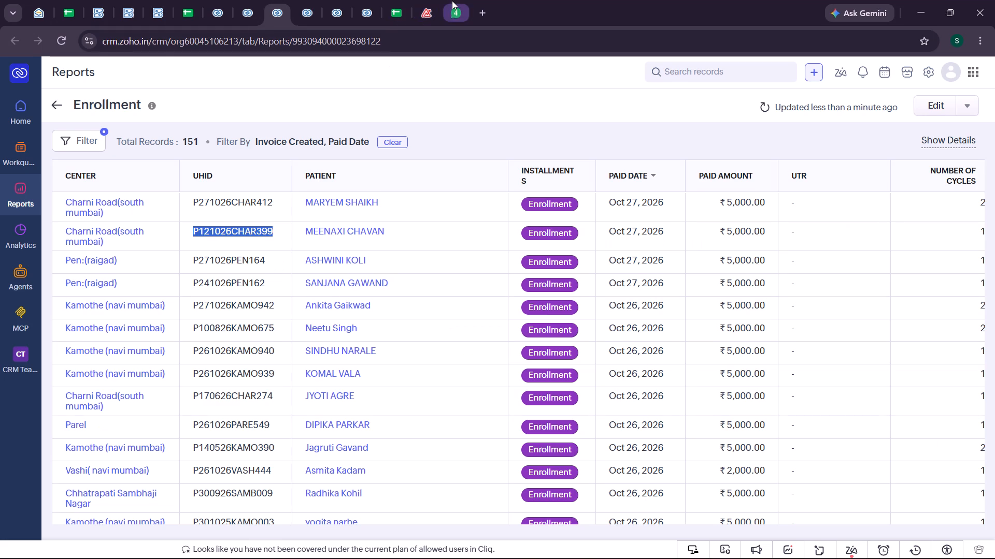
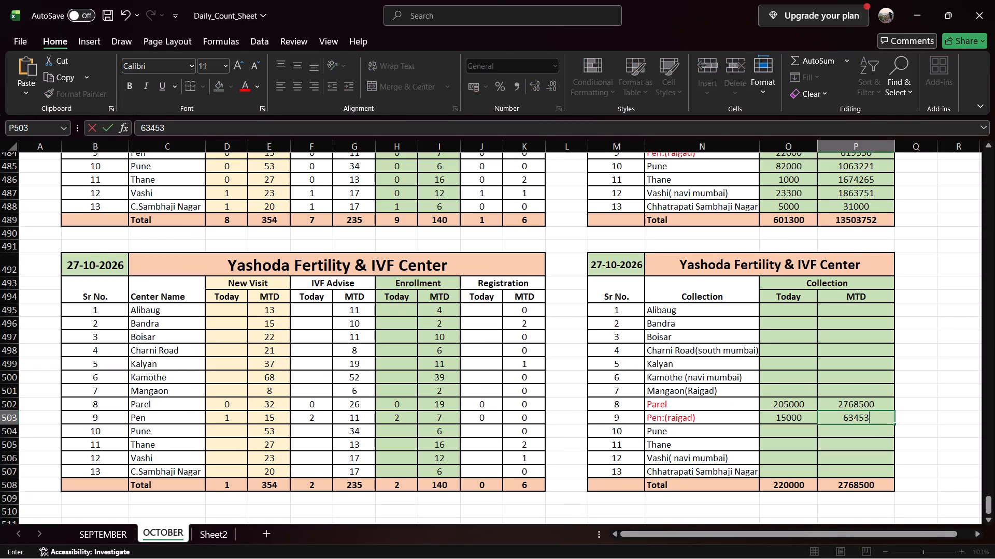
Complete Pen (Raigad)'s MTD amount in the 27-10-2026 Collection table as 634530.
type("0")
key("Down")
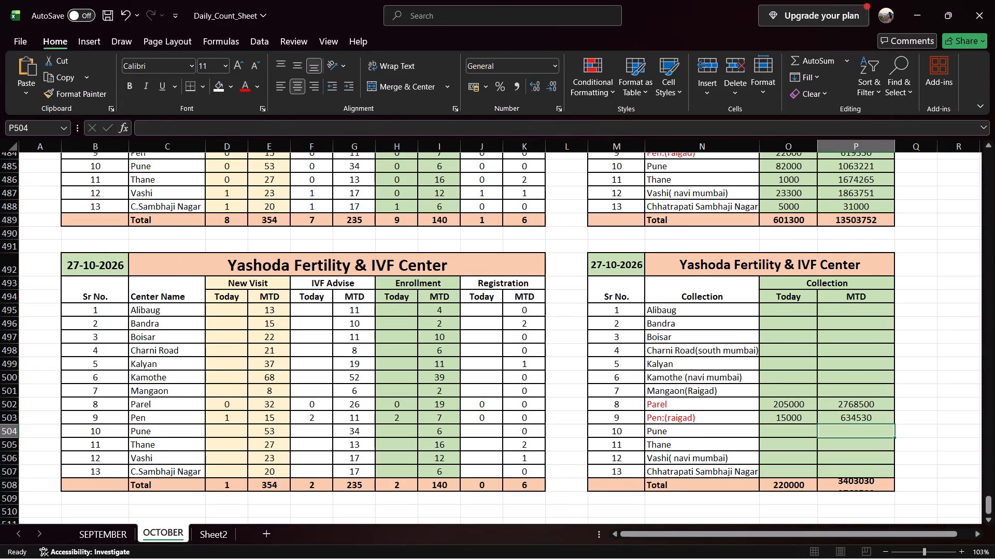
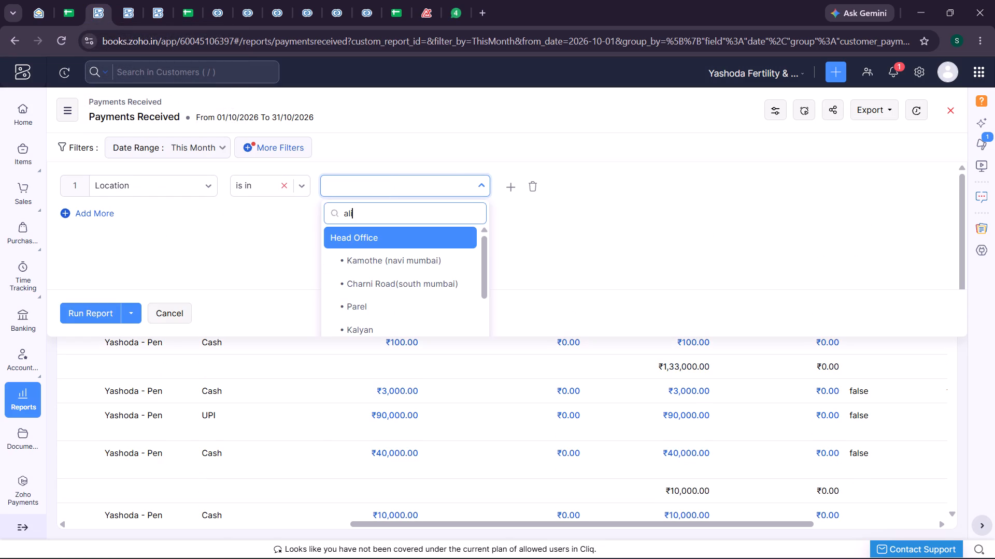
Run the Payments Received report with the Location filter set to Alibaug and check the 27/10/2026 collection amount.
left_click(369, 231)
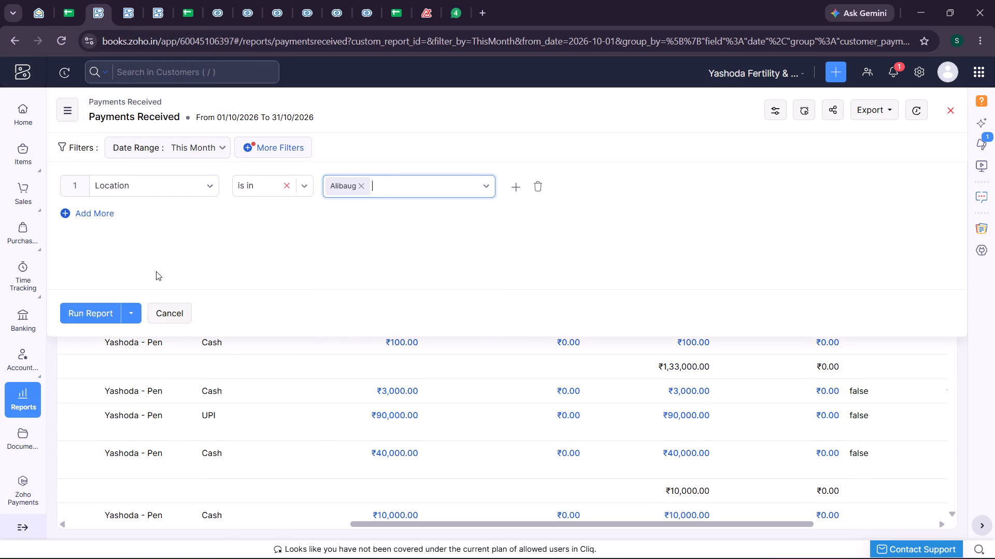
left_click(99, 309)
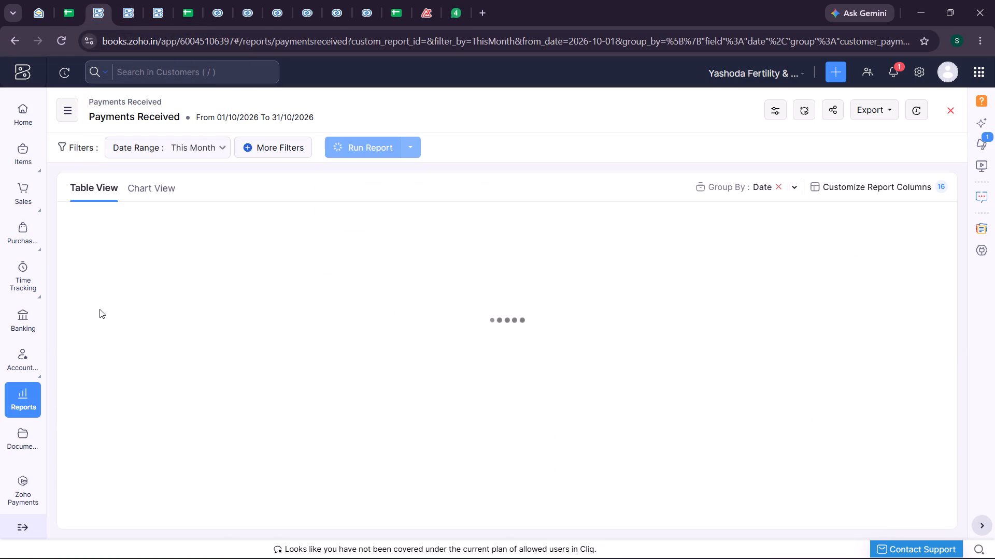
scroll(99, 309, "down", 11)
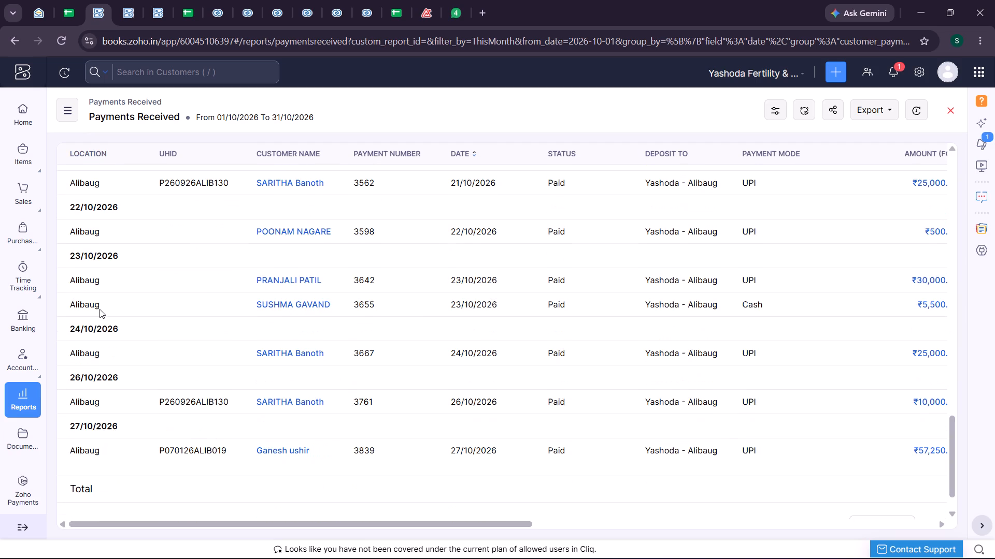
scroll(424, 426, "left", 8)
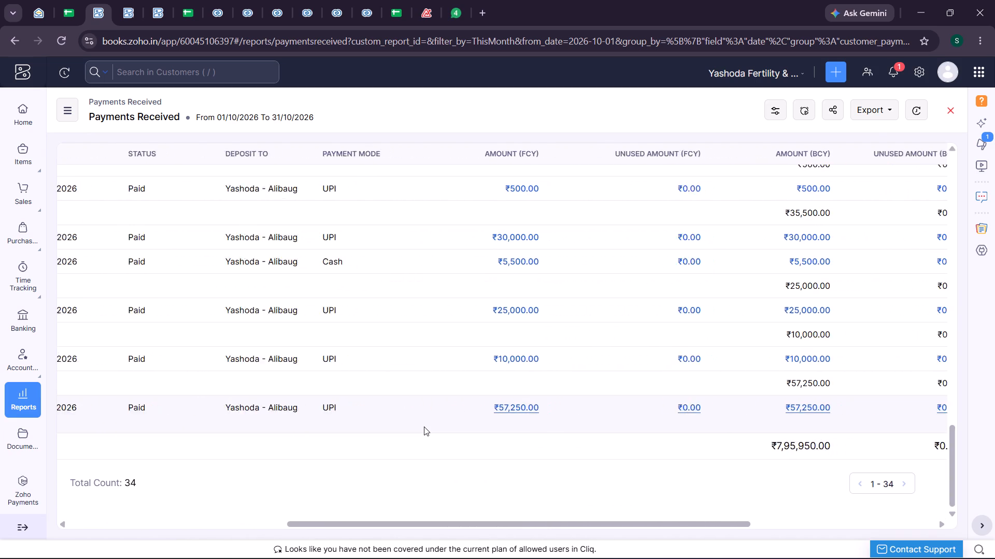
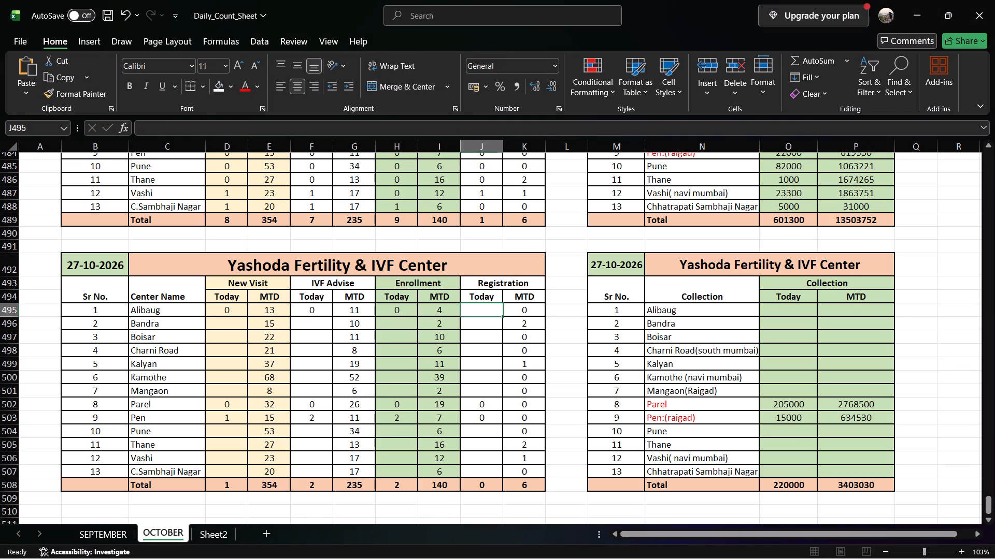
Enter 0 as Alibaug's Today Registration count in the 27-10-2026 count table.
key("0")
key("Right")
Enter 57250 as Alibaug's Today amount in the 27-10-2026 Collection table.
key("Right")
key("Right")
key("Right")
key("Right")
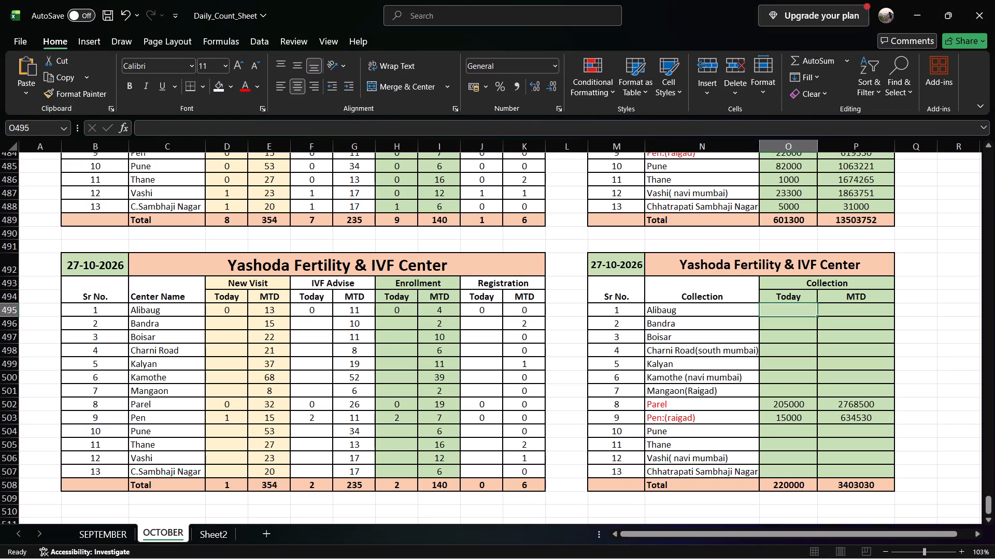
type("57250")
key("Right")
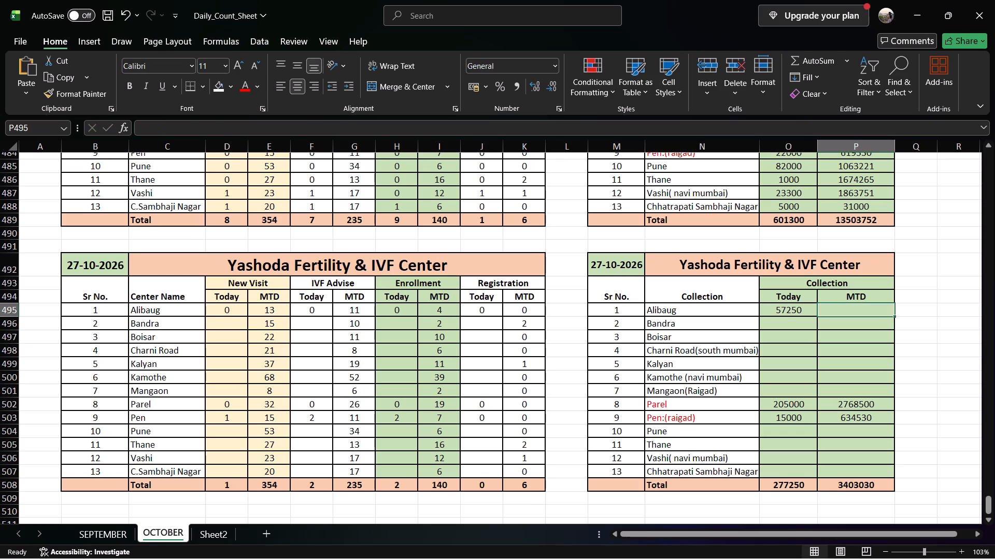
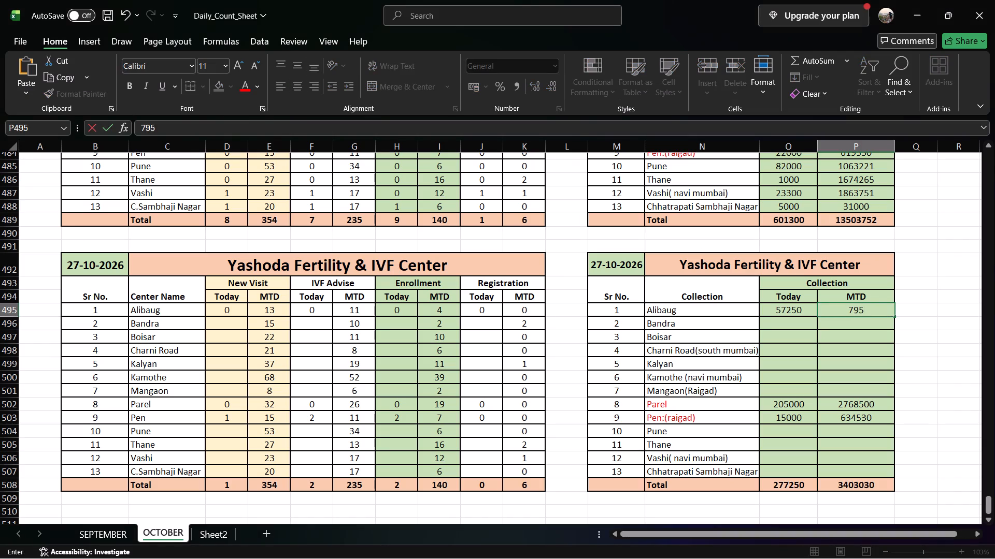
Enter 795950 as Alibaug's 27-10-2026 MTD collection, checking it against the Payments Received report in Chrome, and return to that report.
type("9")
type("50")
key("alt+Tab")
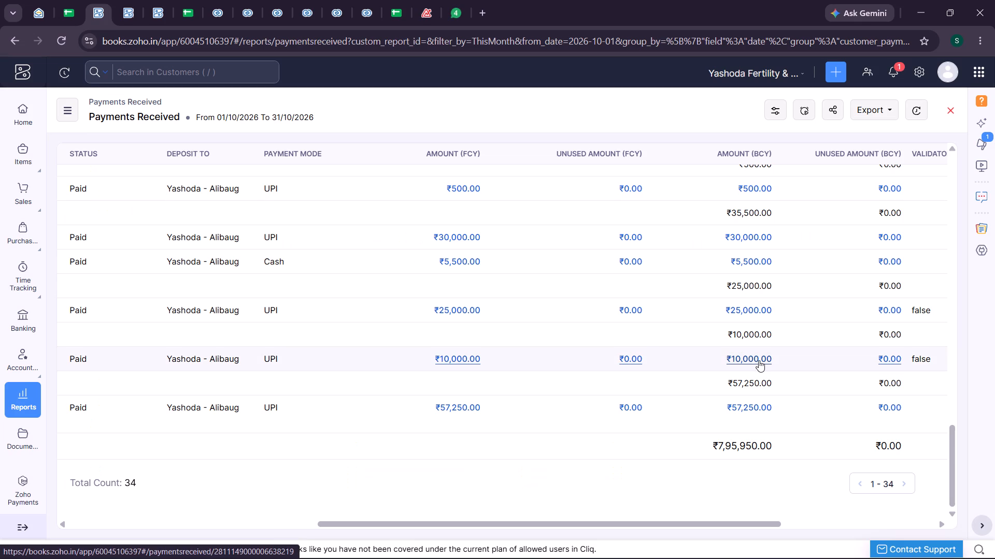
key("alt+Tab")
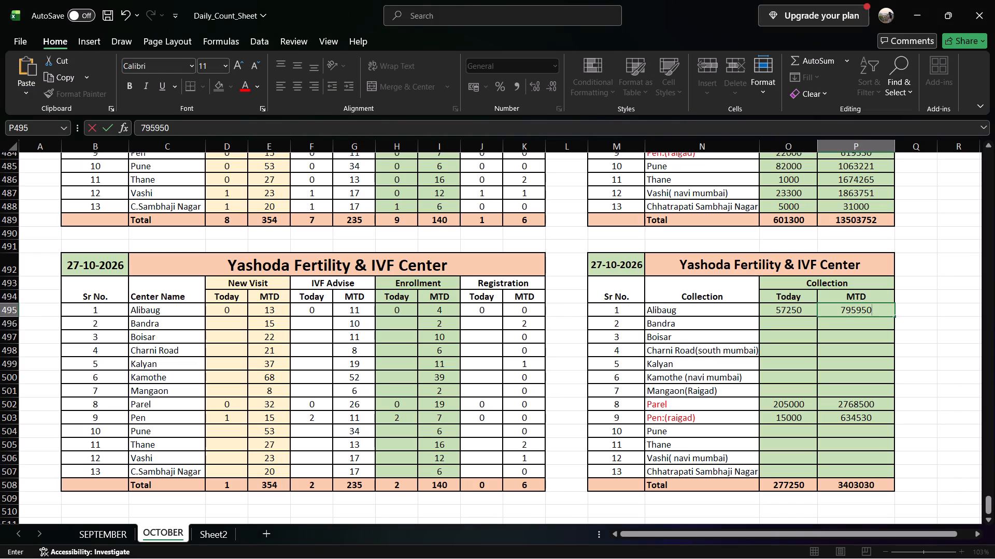
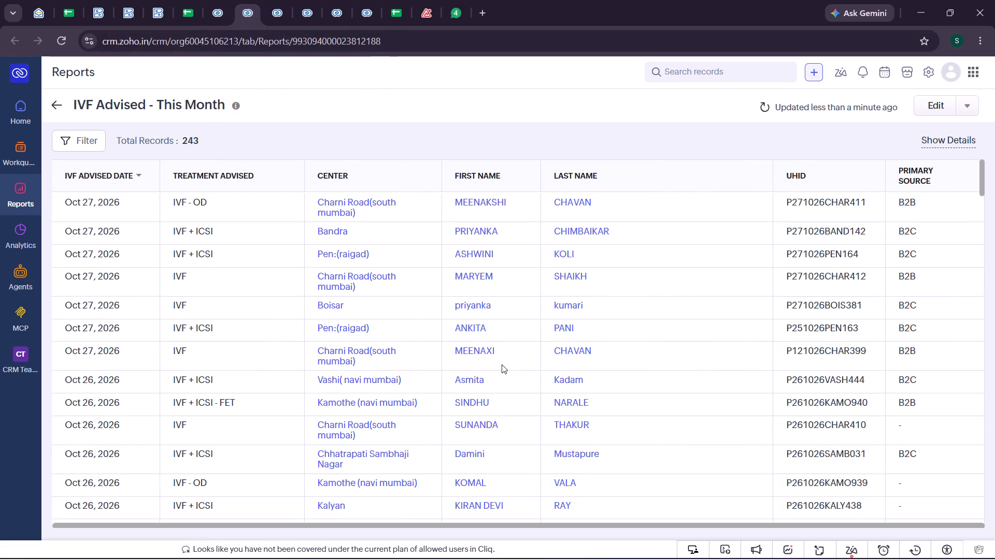
Check the Oct 27, 2026 entries in the IVF Advised - This Month report and return to the Excel daily count sheet.
scroll(502, 364, "up", 1)
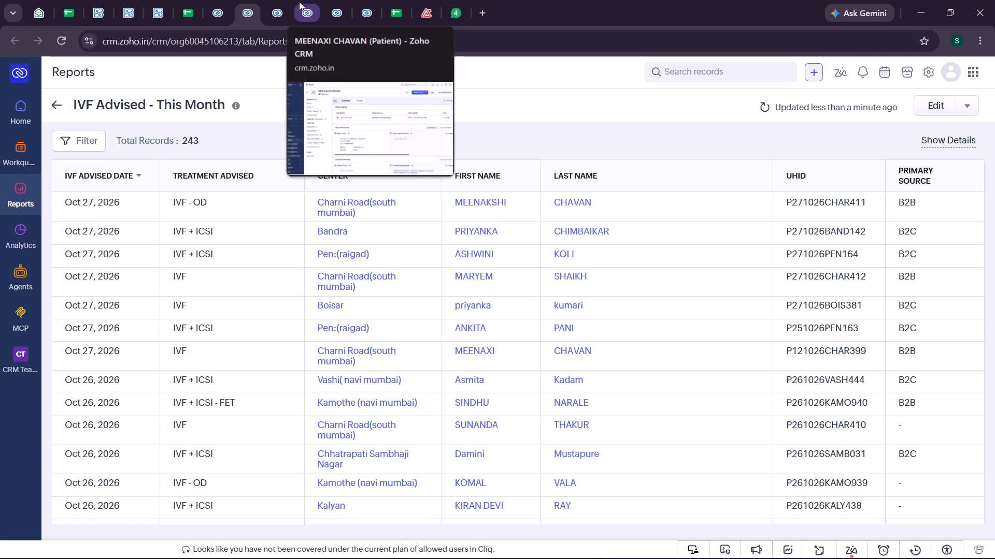
key("alt+Tab")
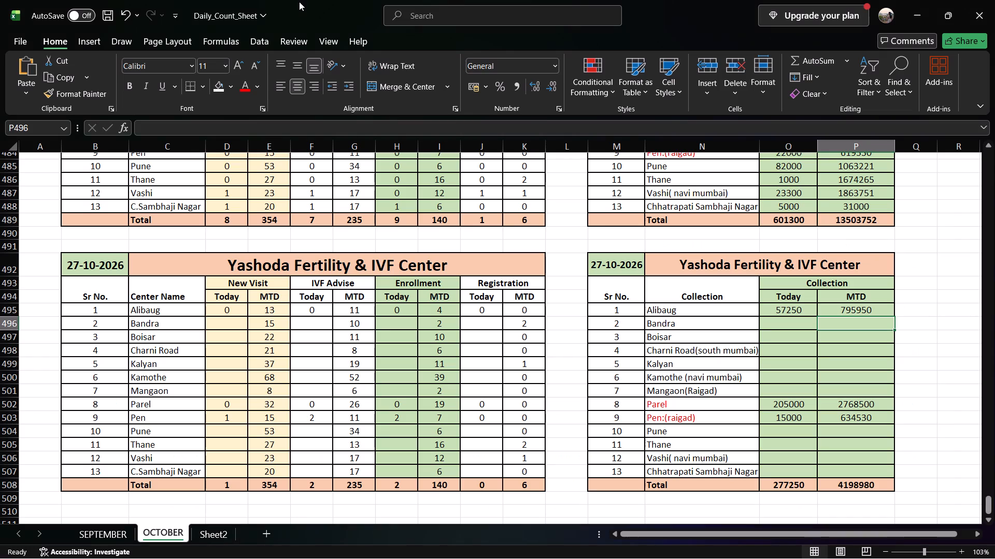
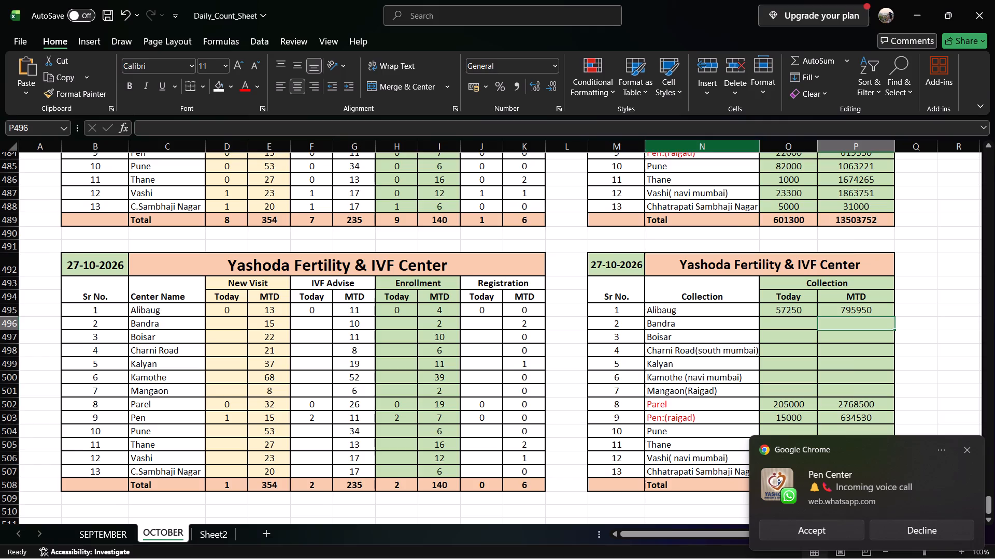
Switch from the Excel daily count sheet to Chrome, where the Zoho CRM report IVF Advised - This Month is open.
key("alt+Tab")
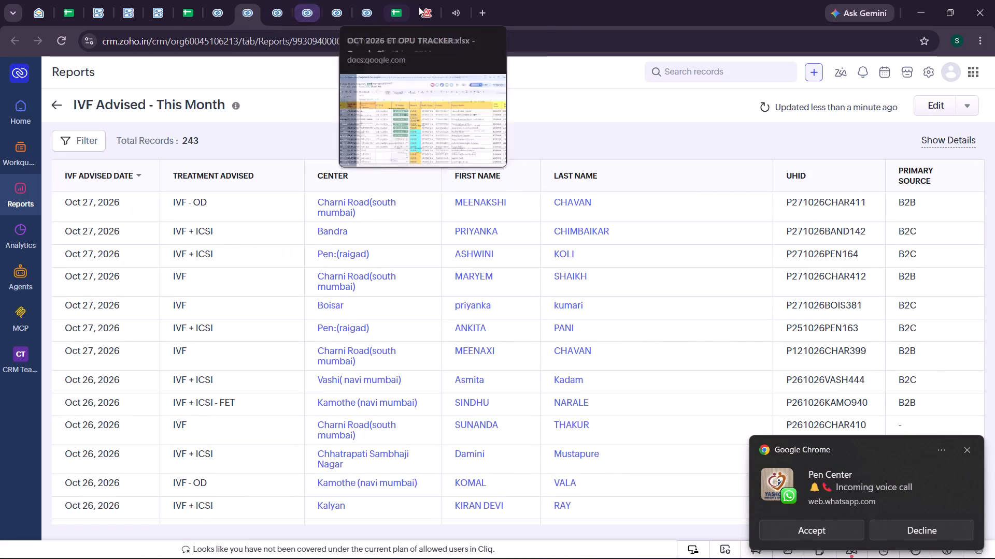
In the Yashoda CEO Dashboard in Zoho Analytics, examine this month's figures by center, filtering in turn for Pune, Mangaon(Raigad) and Kalyan.
left_click(437, 10)
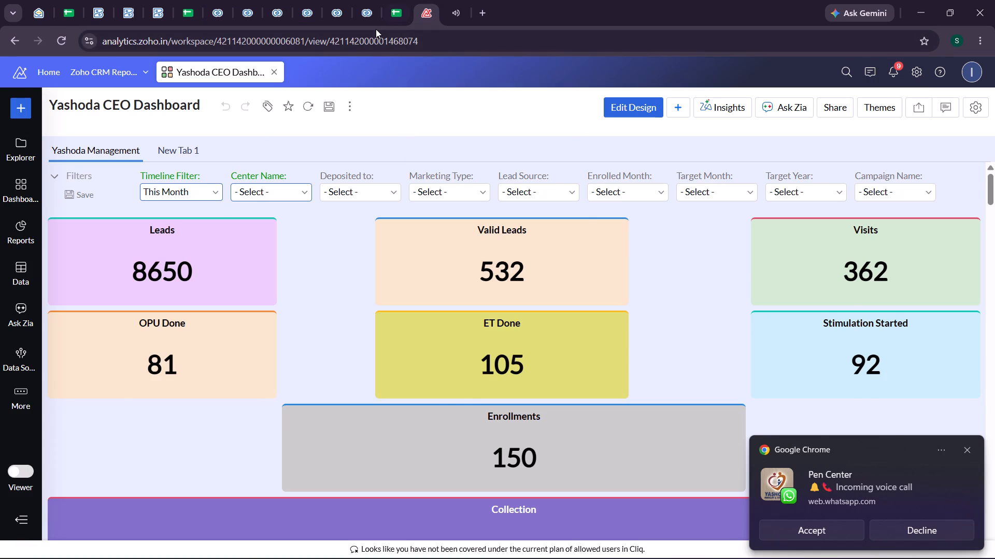
key("alt+Tab")
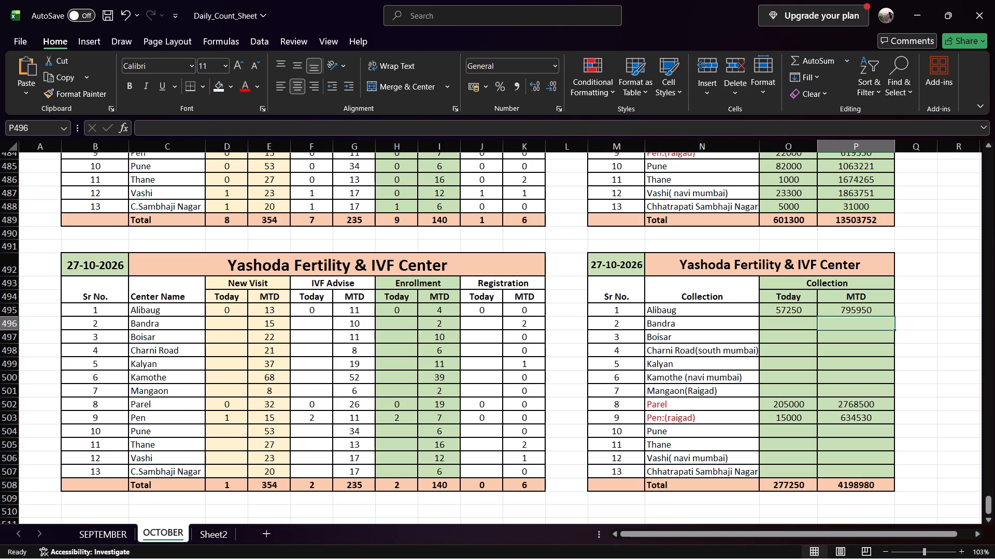
left_click(419, 540)
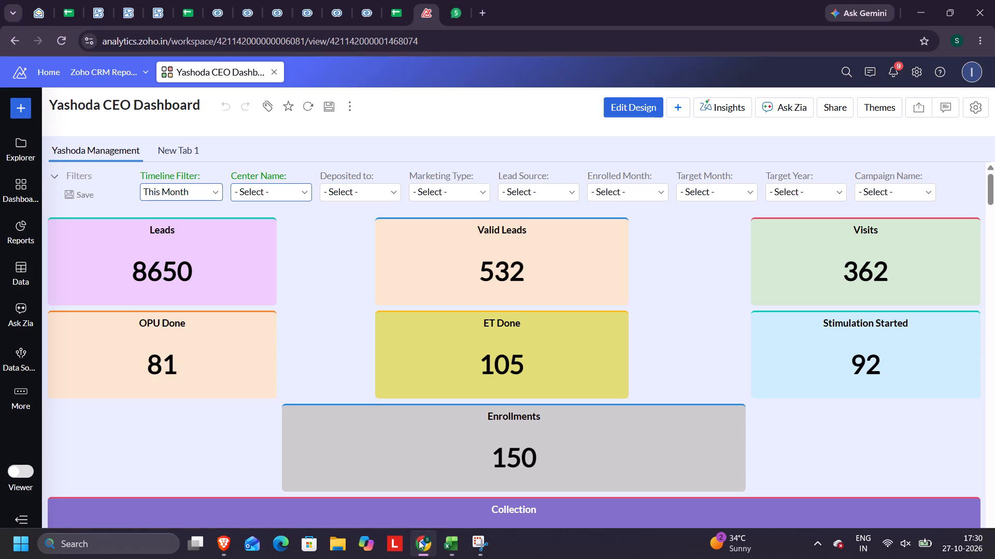
left_click(297, 185)
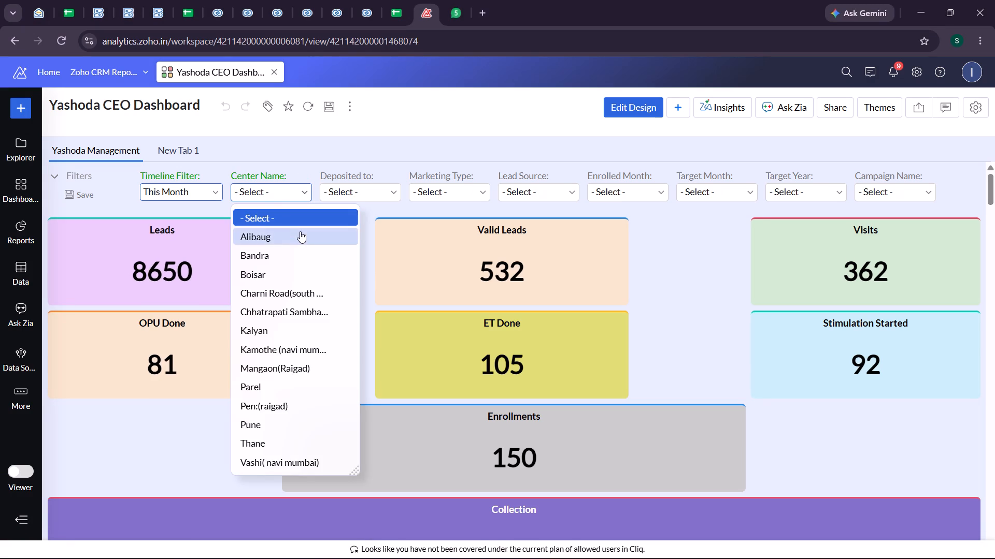
left_click(256, 424)
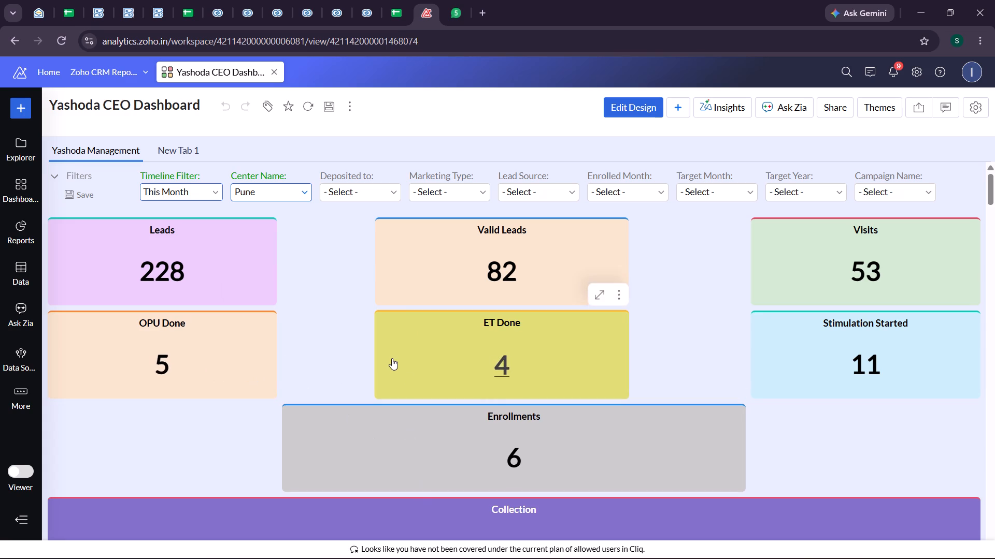
left_click(281, 187)
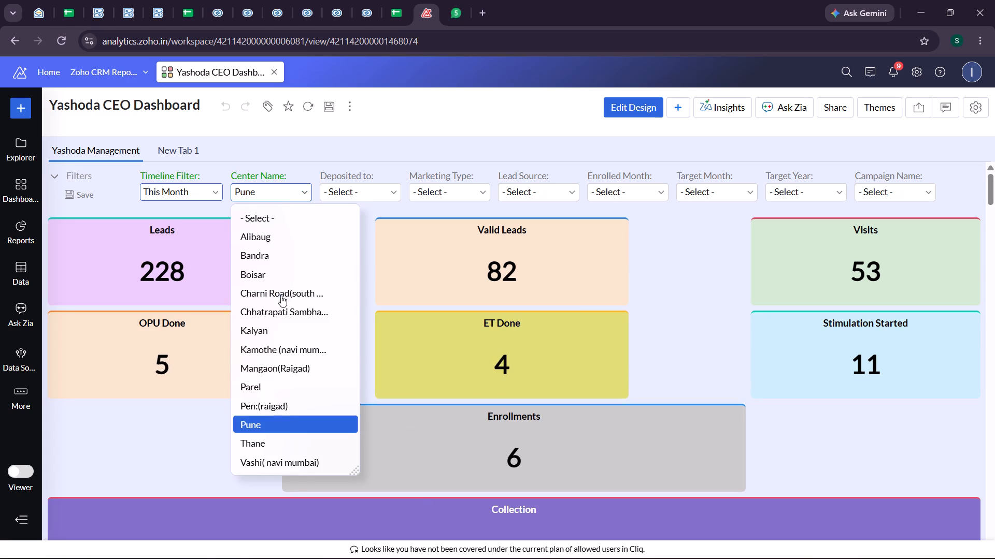
left_click(258, 369)
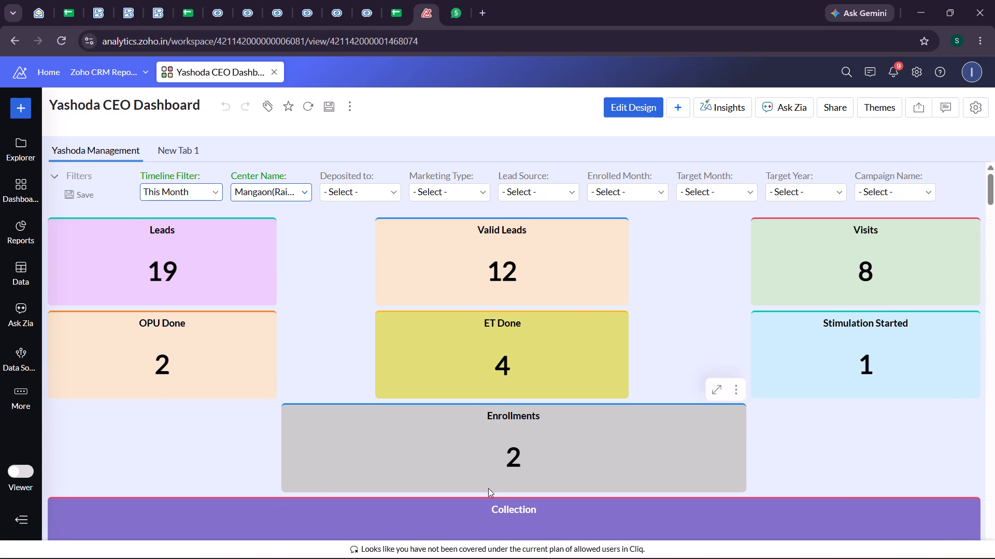
left_click(284, 192)
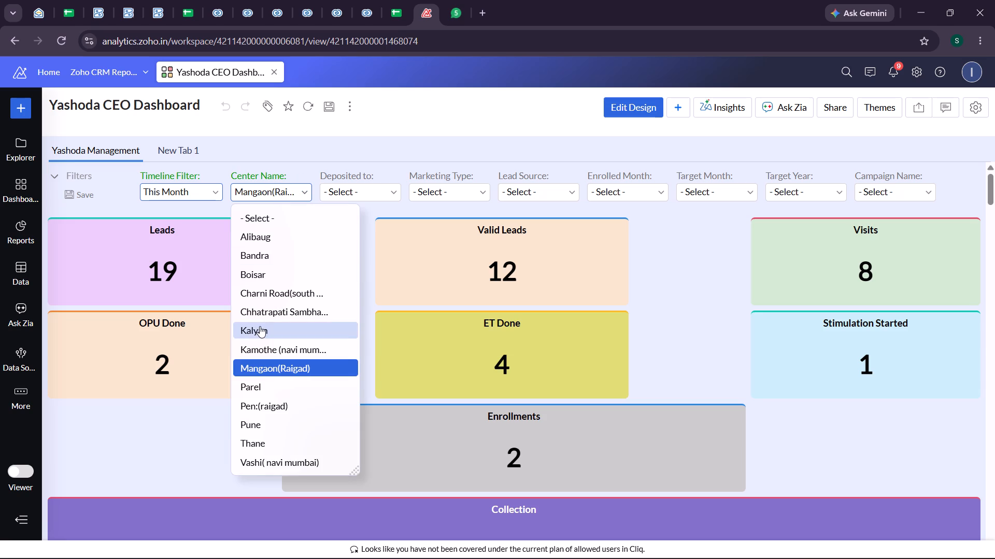
left_click(260, 326)
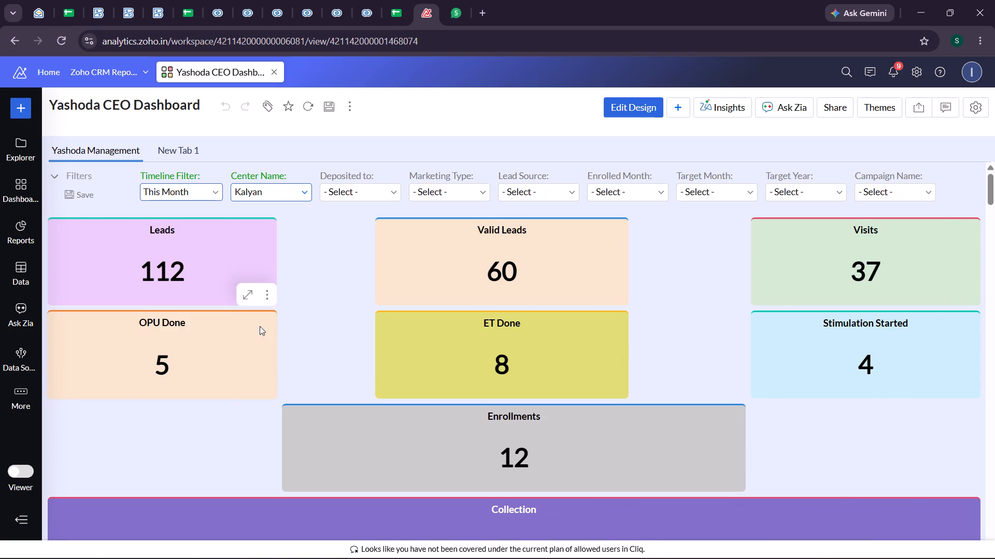
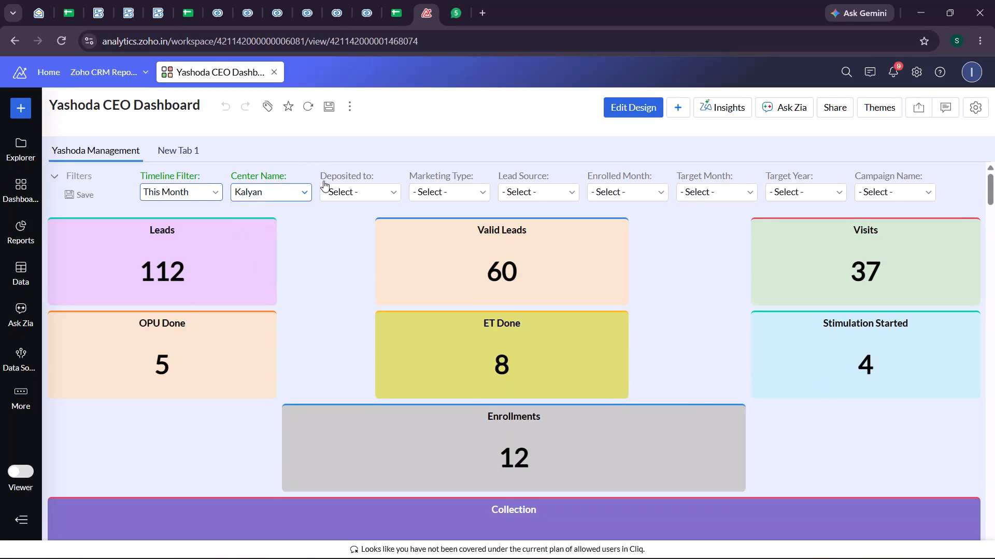
Consult the 27-10-2026 table in the Daily_Count_Sheet workbook, then filter the Yashoda CEO Dashboard to the Parel center.
key("alt+Tab")
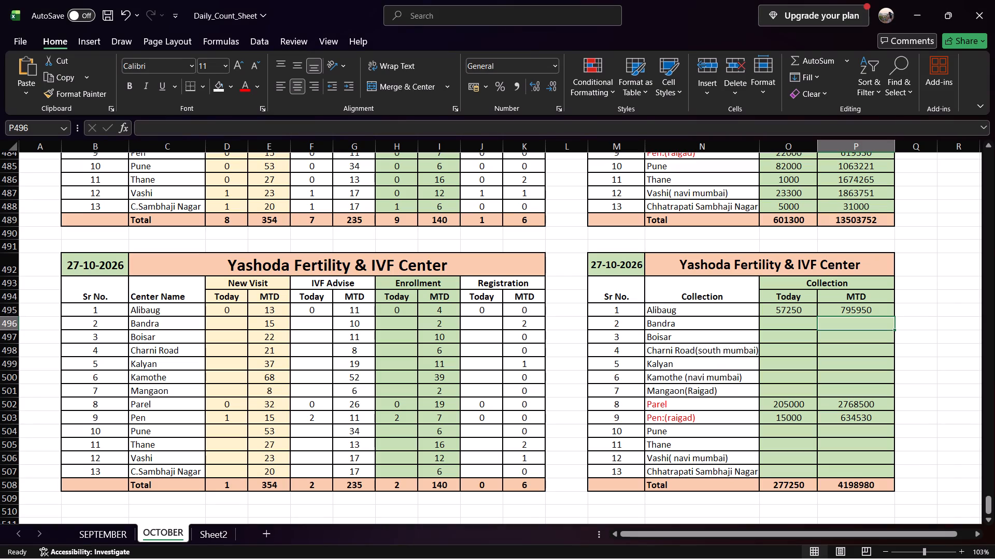
key("alt+Tab")
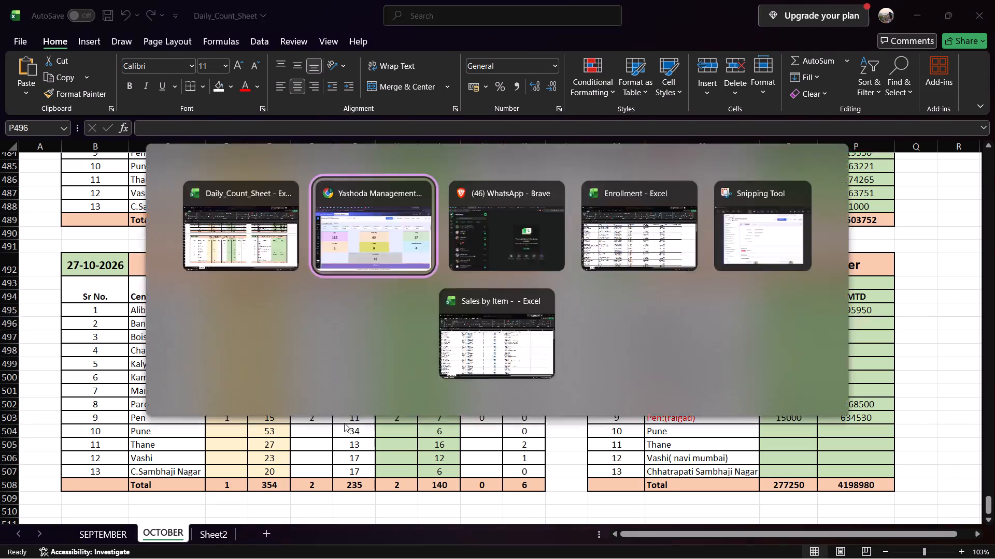
left_click(297, 199)
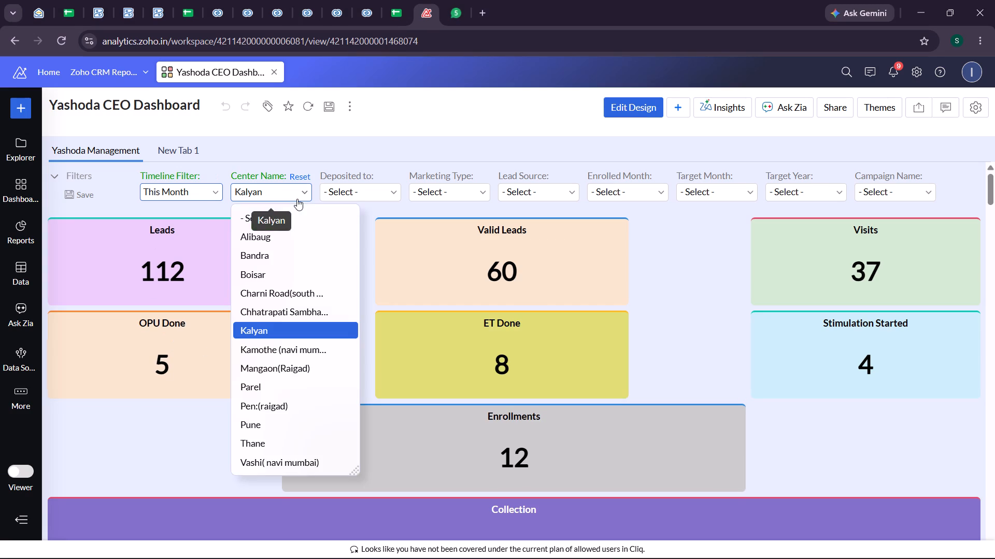
left_click(268, 393)
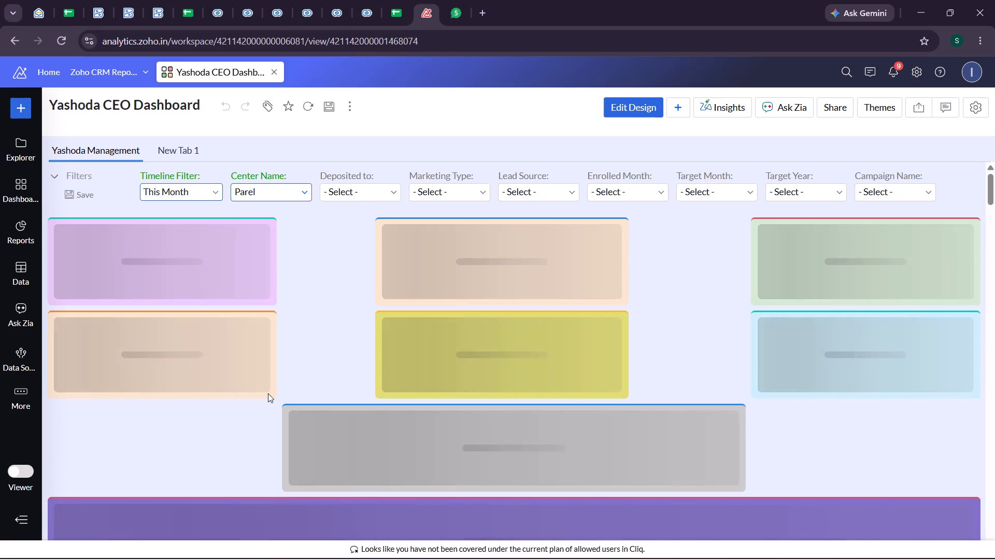